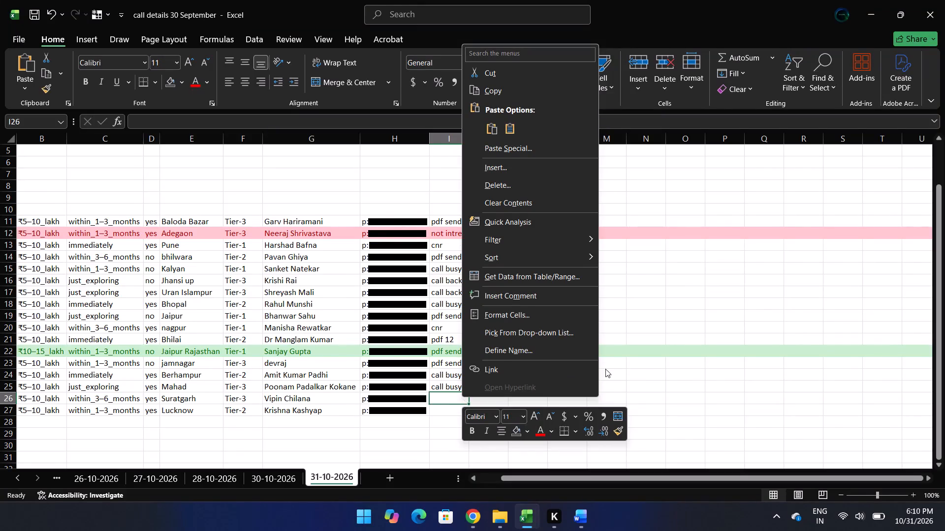
Enter the call note "pdf send 8.24" in cell I26, beside the Suratgarh lead on the 31-10-2026 sheet.
{"action": "left_click", "coordinate": [441, 396]}
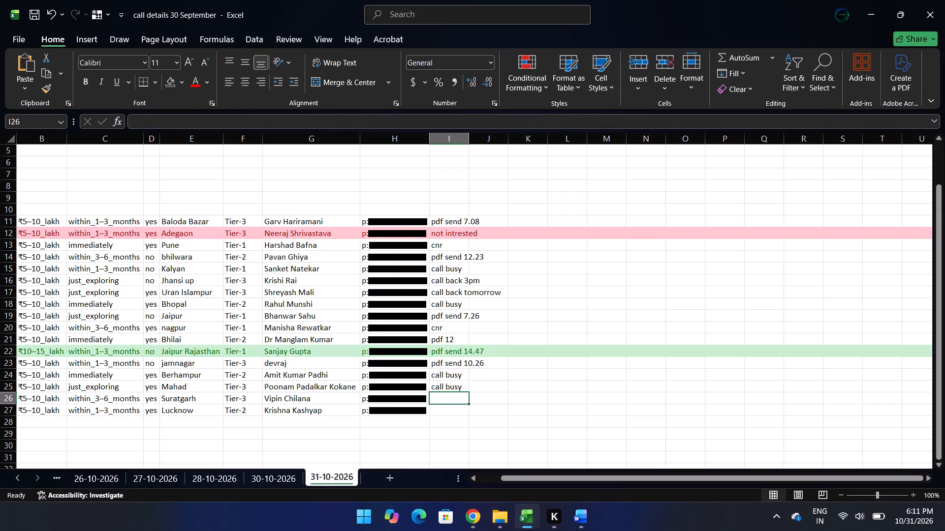
{"action": "type", "text": "pdf send"}
{"action": "key", "text": "space"}
{"action": "key", "text": "8"}
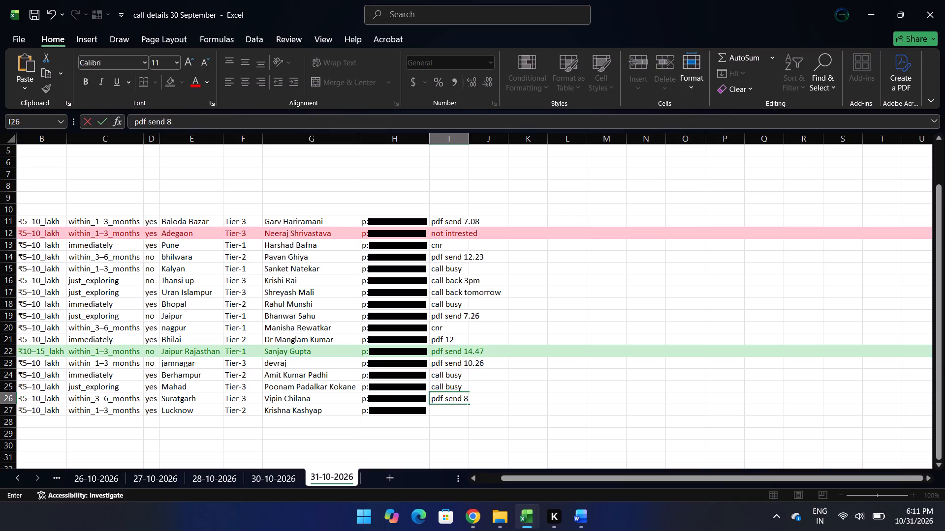
{"action": "type", "text": ".24"}
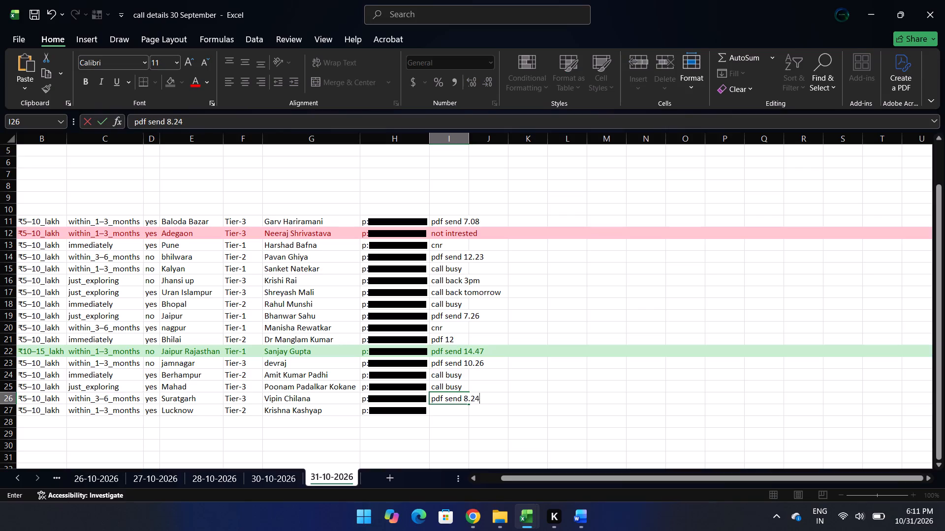
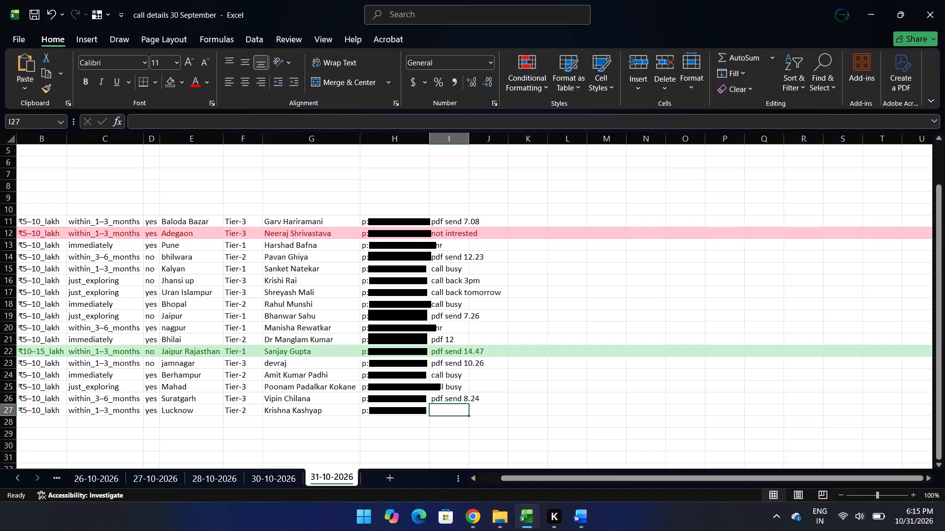
Switch to Chrome and search Google for "katora teir city" to look up the place's tier classification.
{"action": "left_click", "coordinate": [467, 523]}
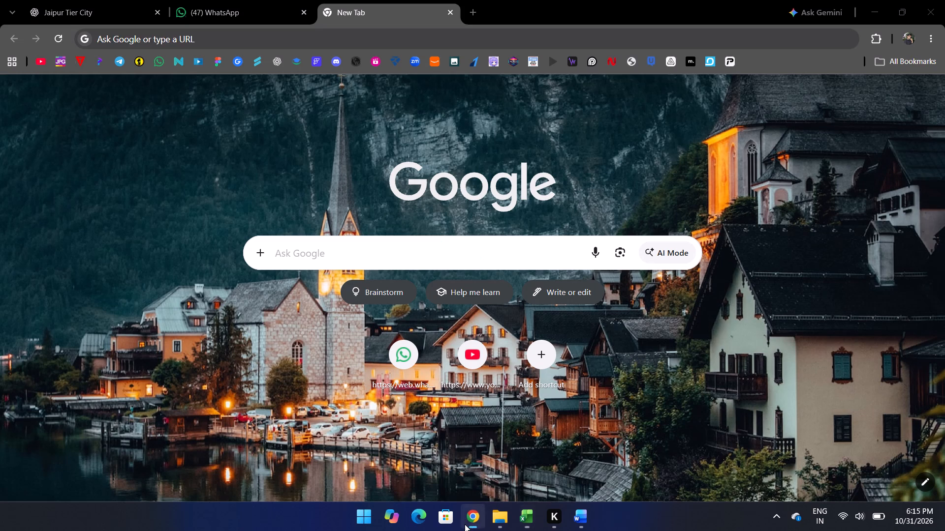
{"action": "left_click", "coordinate": [300, 248]}
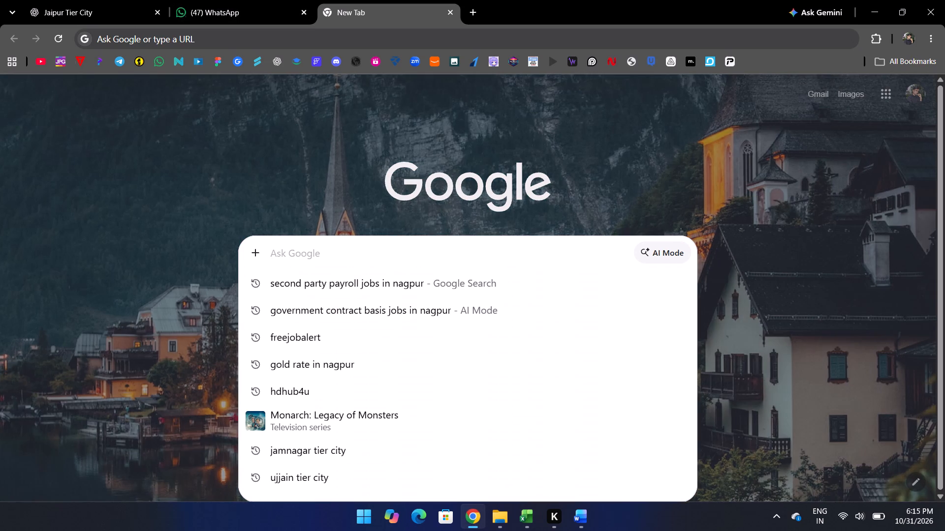
{"action": "type", "text": "katora"}
{"action": "key", "text": "space"}
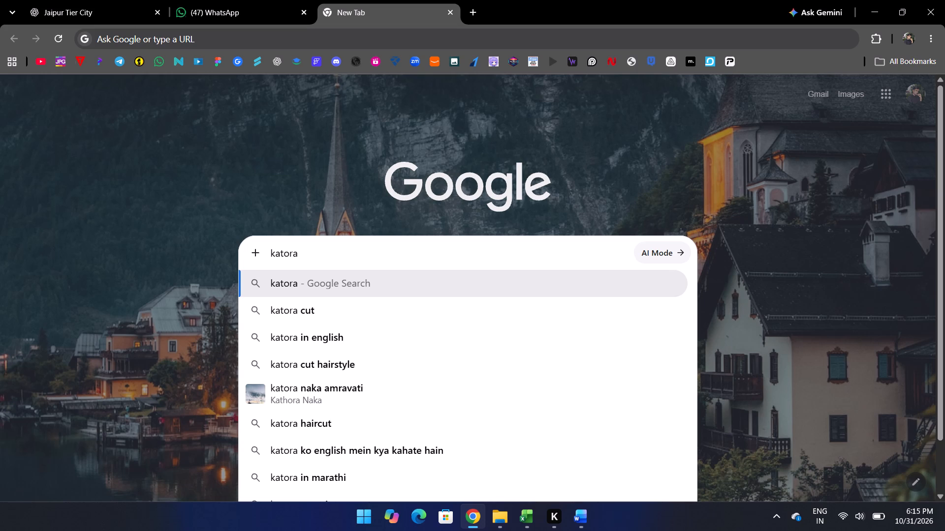
{"action": "type", "text": "teir"}
{"action": "key", "text": "space"}
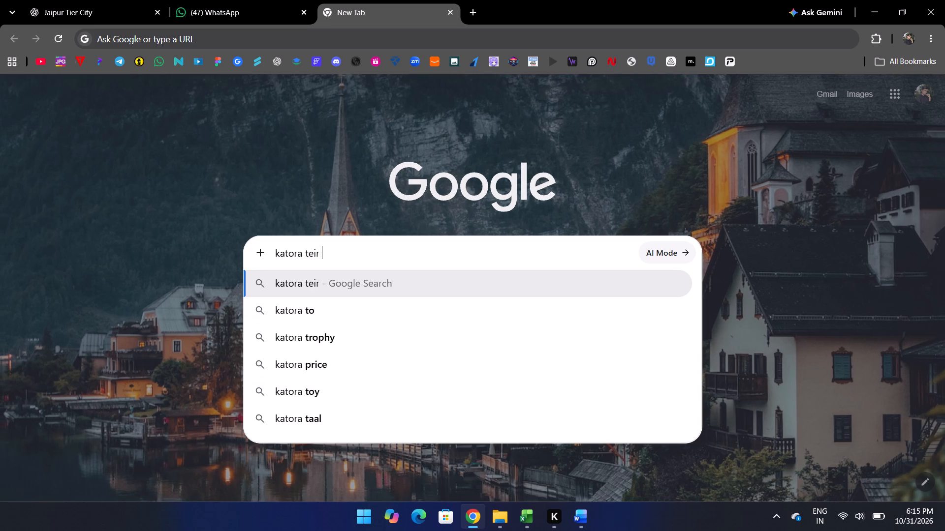
{"action": "key", "text": "c"}
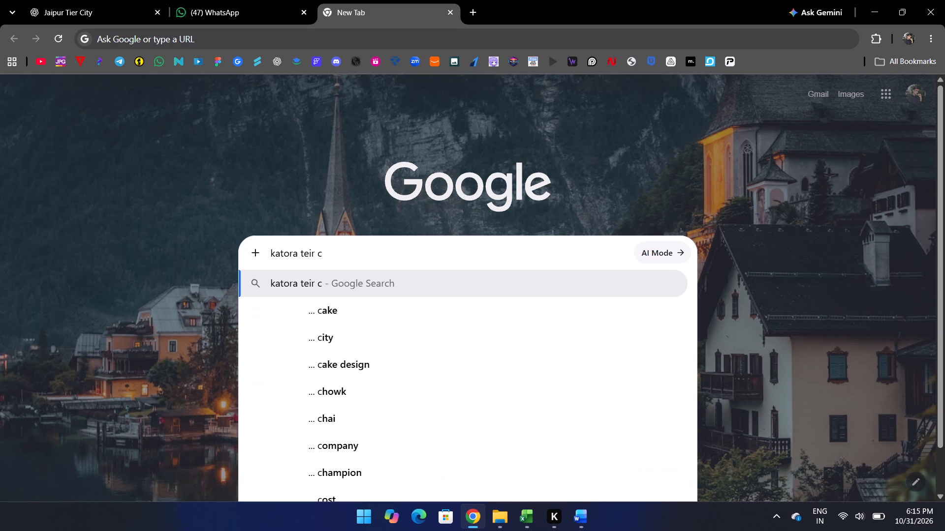
{"action": "key", "text": "i"}
{"action": "key", "text": "Down"}
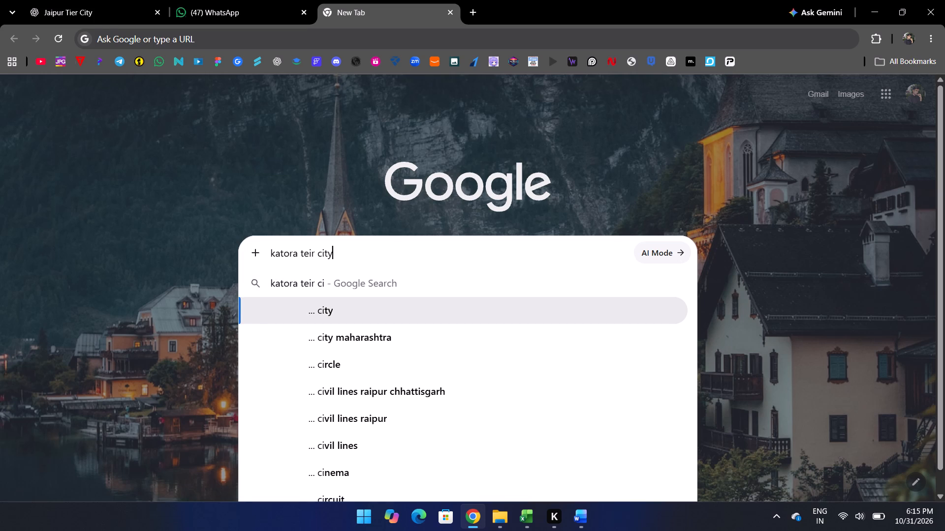
{"action": "key", "text": "Return"}
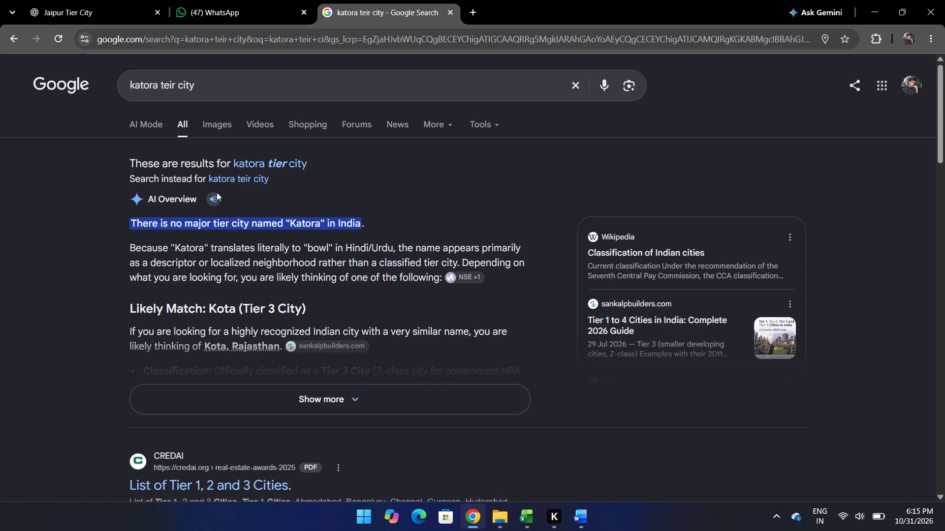
Open a new blank browser tab alongside the katora tier search results.
{"action": "left_click", "coordinate": [475, 9]}
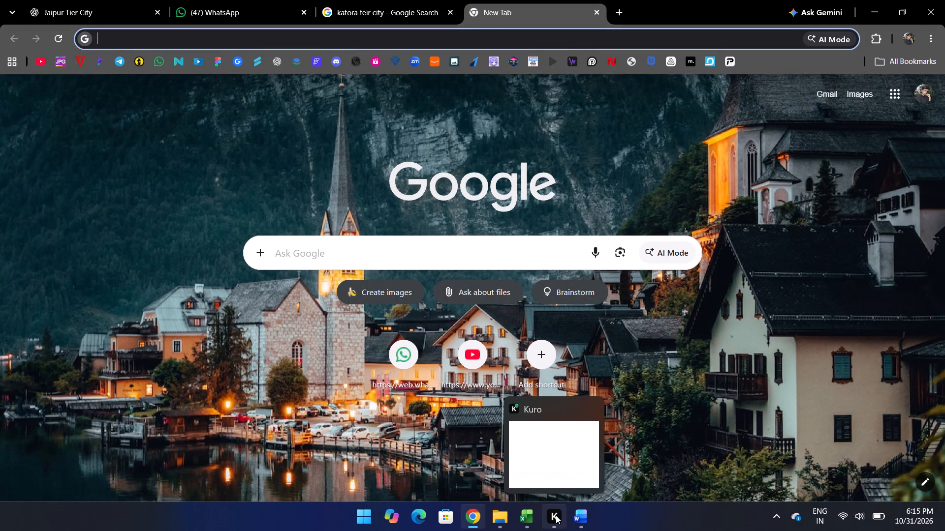
{"action": "scroll", "coordinate": [490, 218], "scroll_direction": "left", "scroll_amount": 1}
{"action": "left_click", "coordinate": [395, 0]}
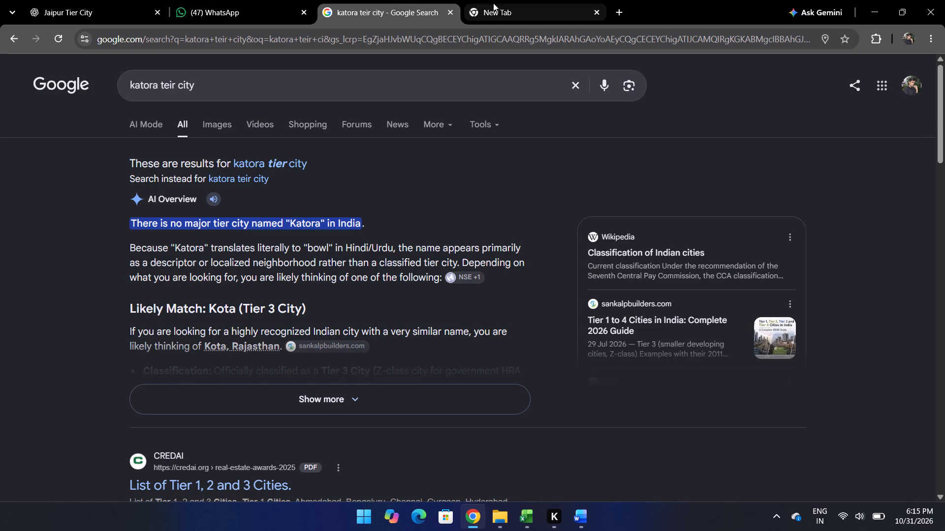
{"action": "left_click", "coordinate": [527, 33]}
{"action": "double_click", "coordinate": [530, 19]}
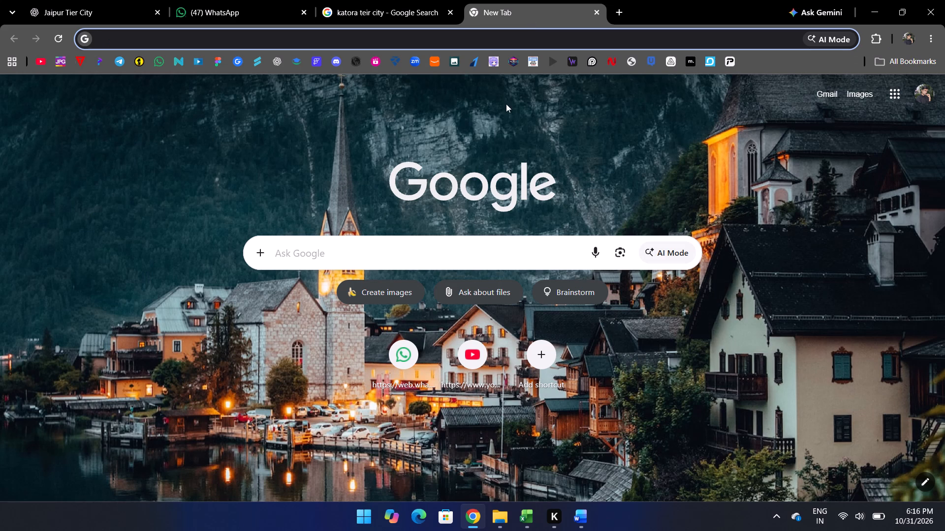
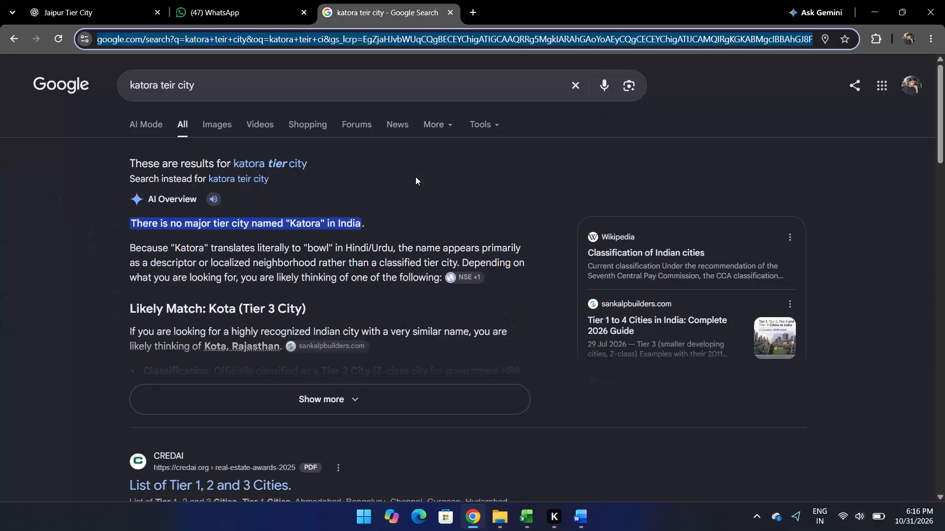
Open a new blank browser tab.
{"action": "left_click", "coordinate": [472, 17]}
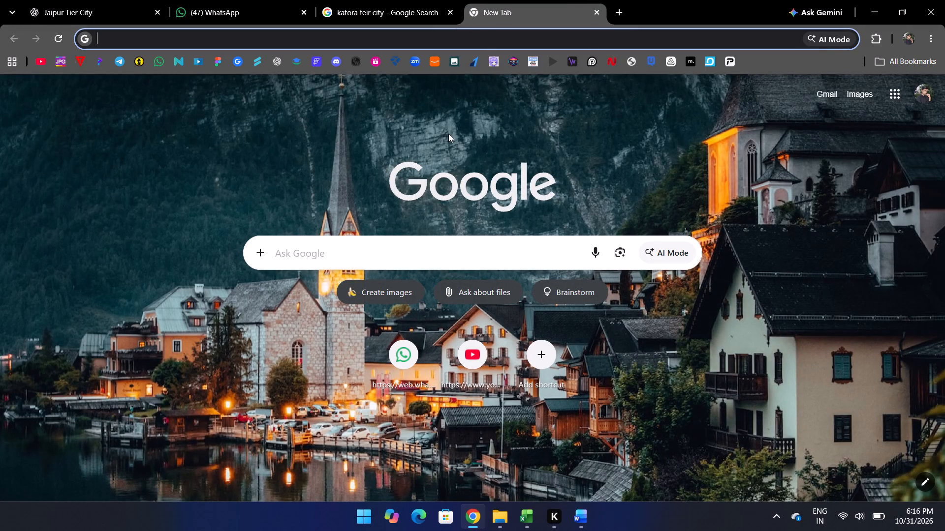
Switch to the call details 30 September workbook in Excel.
{"action": "left_click", "coordinate": [572, 515]}
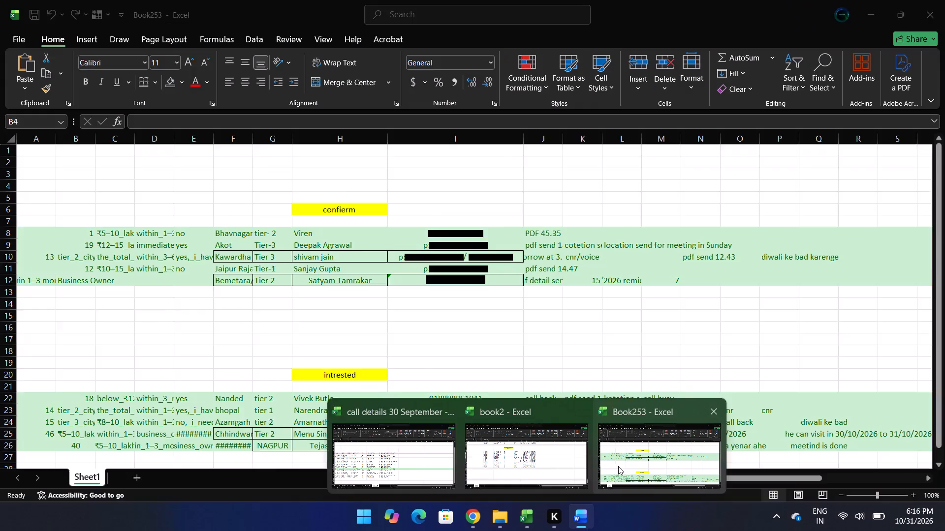
{"action": "left_click", "coordinate": [405, 452]}
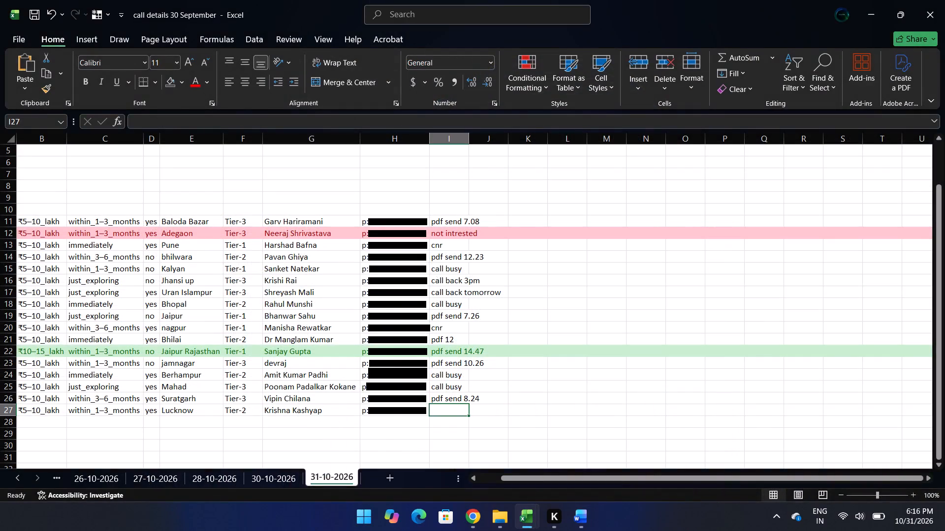
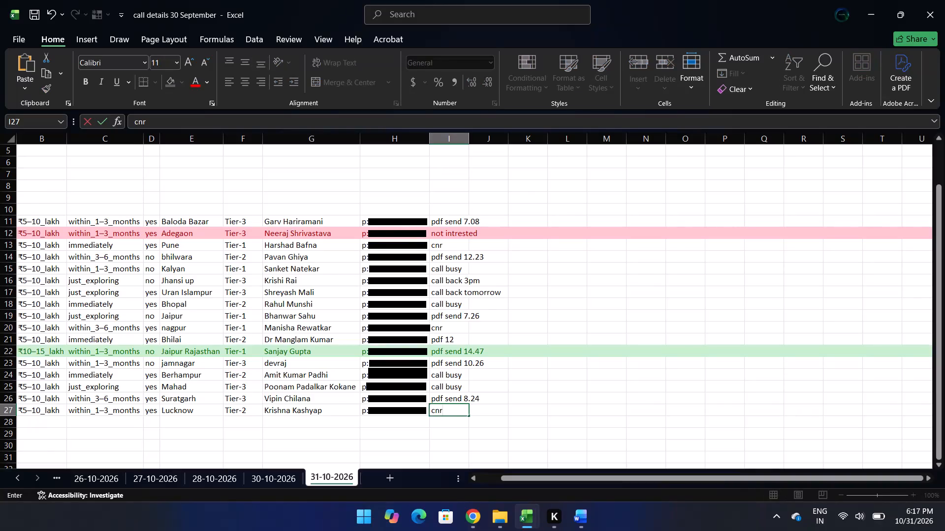
Check the lead rows on the 30-10-2026 sheet and the first lead's follow-up cell under 31/10/2026.
{"action": "left_click", "coordinate": [287, 472]}
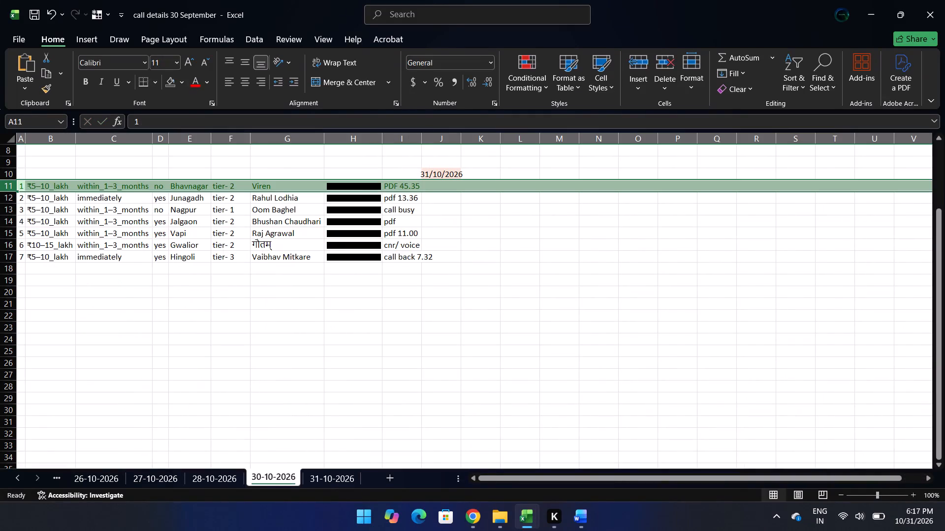
{"action": "left_click", "coordinate": [448, 192]}
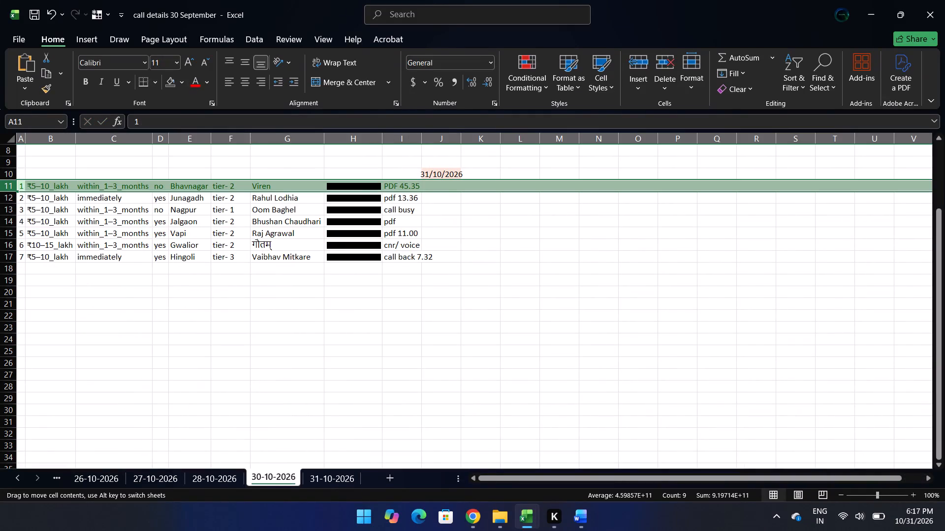
{"action": "scroll", "coordinate": [501, 229], "scroll_direction": "up", "scroll_amount": 1}
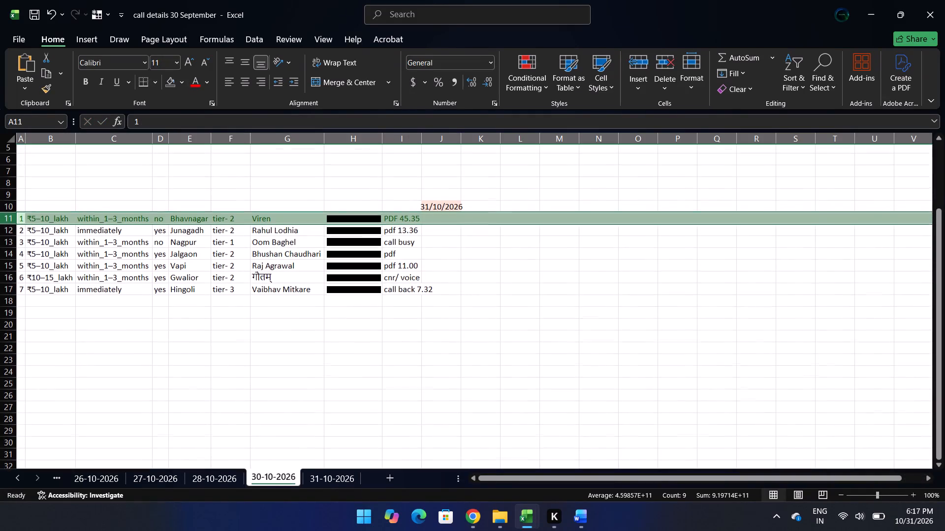
{"action": "left_click", "coordinate": [461, 180]}
{"action": "left_click", "coordinate": [443, 223]}
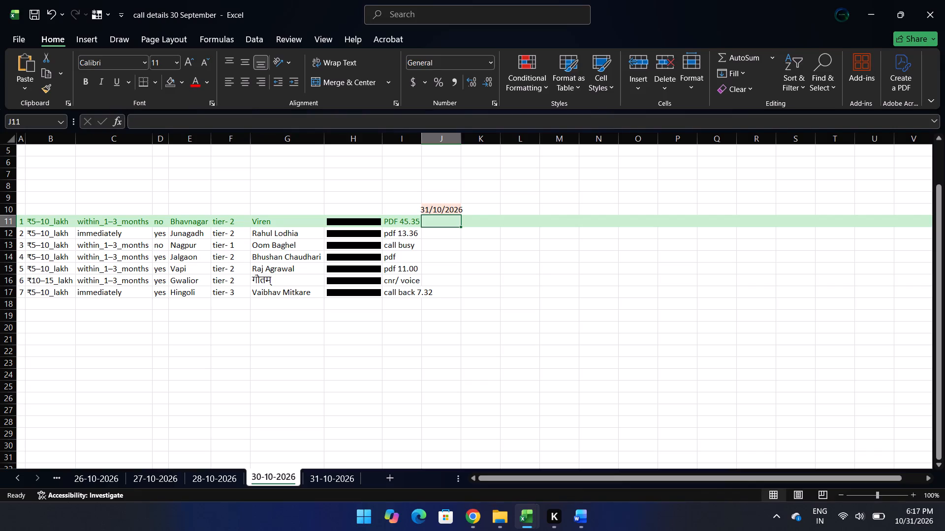
On the 28-10-2026 sheet, enter "call busy" under 31/10/2026 for the Hyderabad lead in row 12.
{"action": "left_click", "coordinate": [221, 476]}
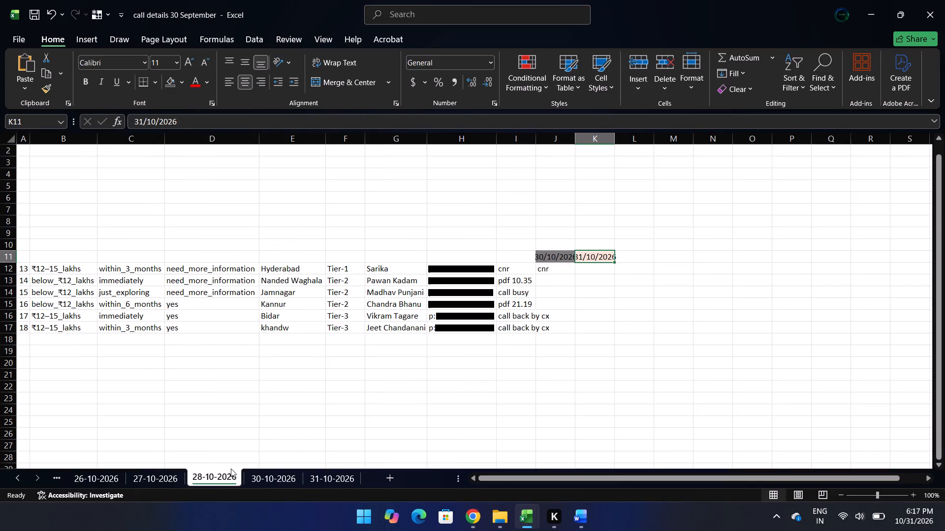
{"action": "left_click", "coordinate": [593, 271]}
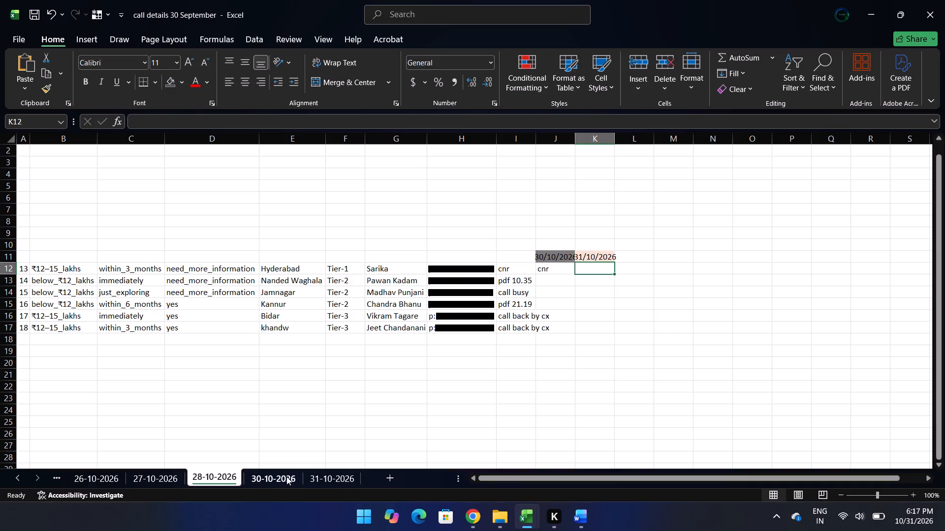
{"action": "left_click", "coordinate": [274, 484]}
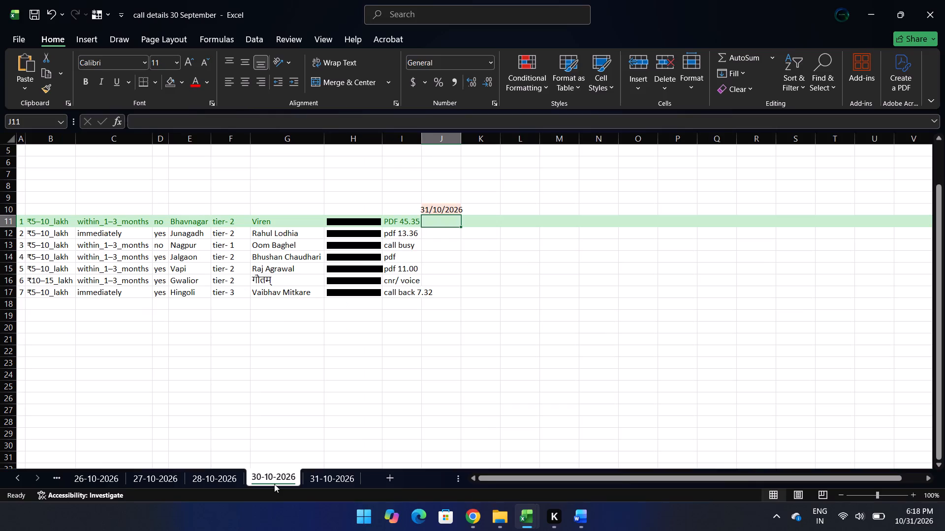
{"action": "left_click", "coordinate": [219, 479]}
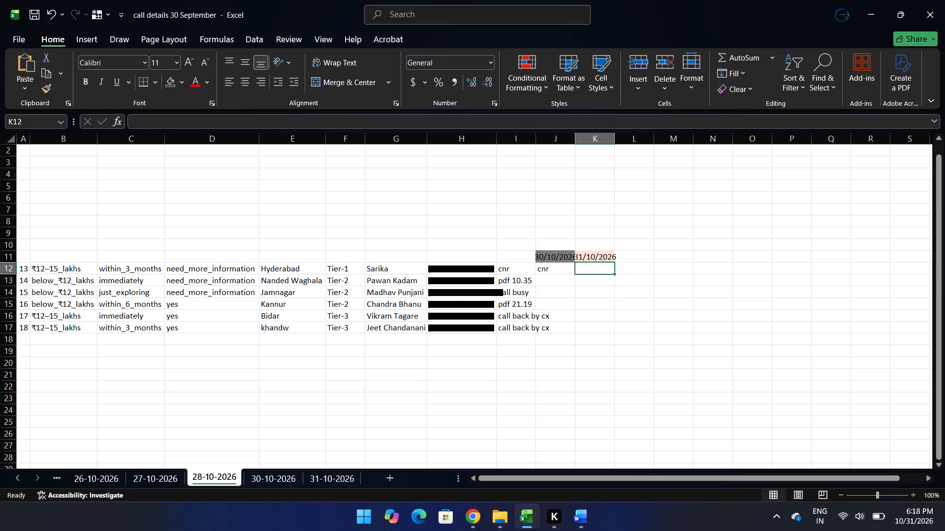
{"action": "type", "text": "ca"}
{"action": "type", "text": "ll"}
{"action": "key", "text": "space"}
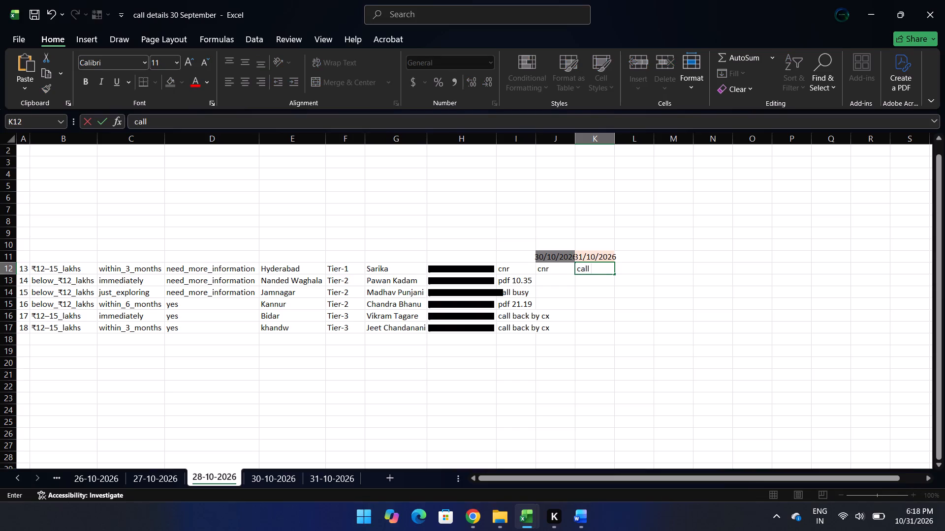
{"action": "type", "text": "busy"}
{"action": "left_click", "coordinate": [605, 285]}
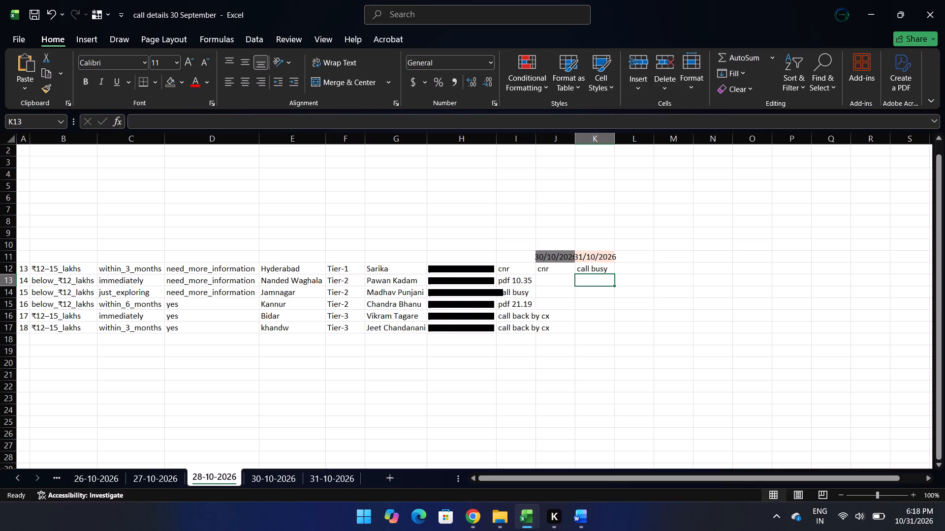
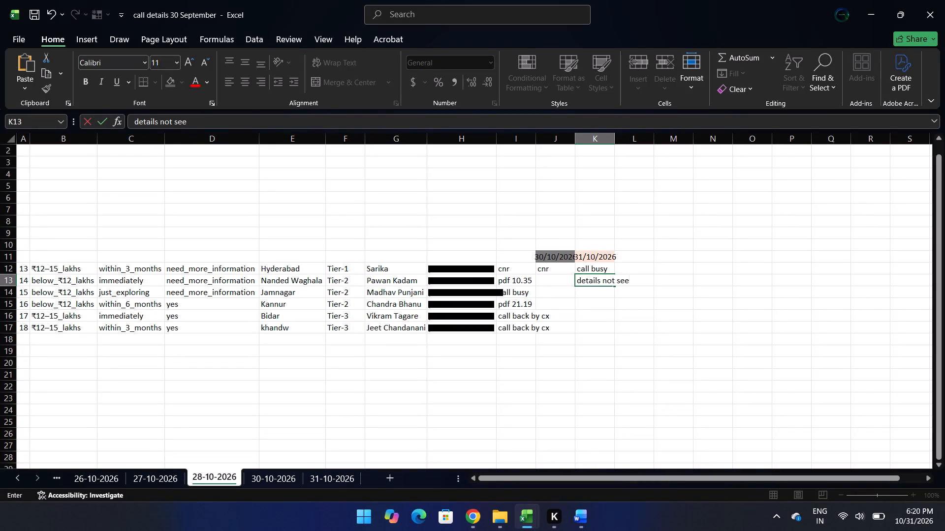
Finish entering "details not seen" under 31/10/2026 for the Nanded Waghala lead in row 13.
{"action": "key", "text": "n"}
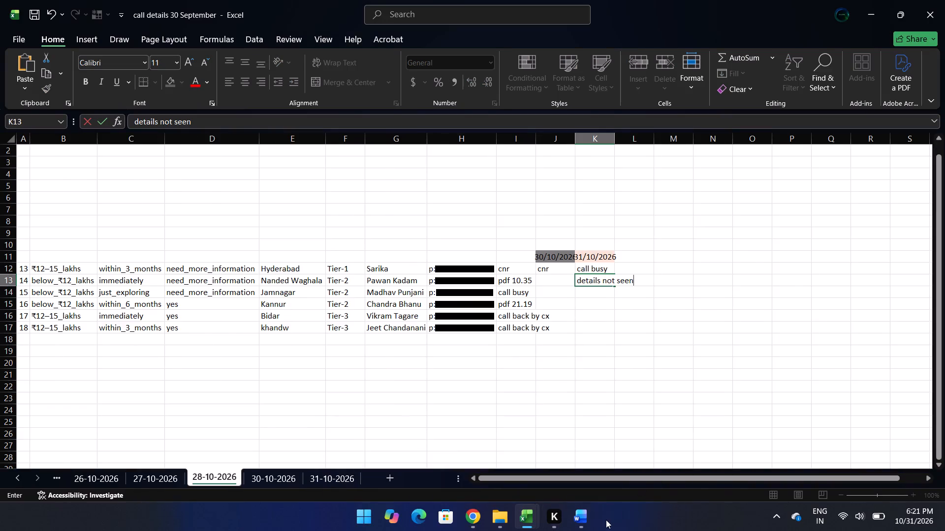
In the Book253 workbook, move the Bemetara lead's entire row from row 12 down to row 14.
{"action": "left_click", "coordinate": [649, 465]}
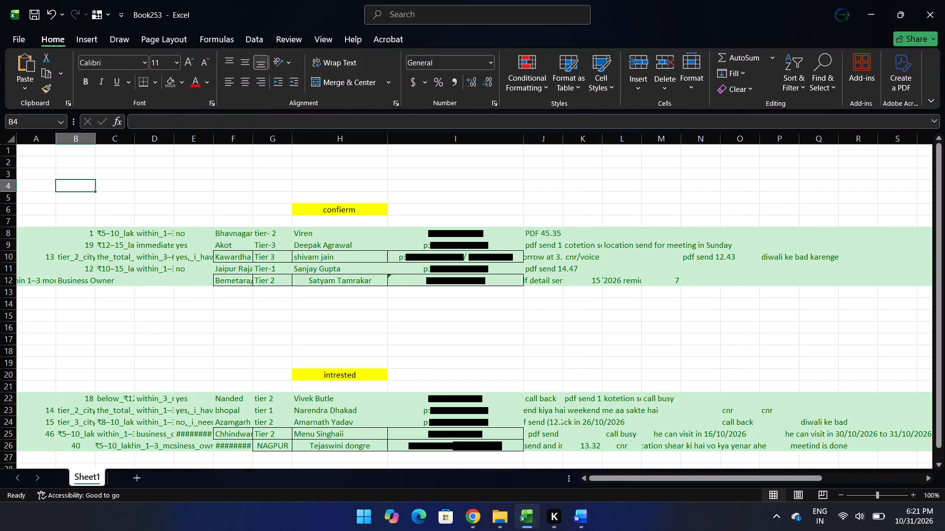
{"action": "left_click", "coordinate": [3, 282]}
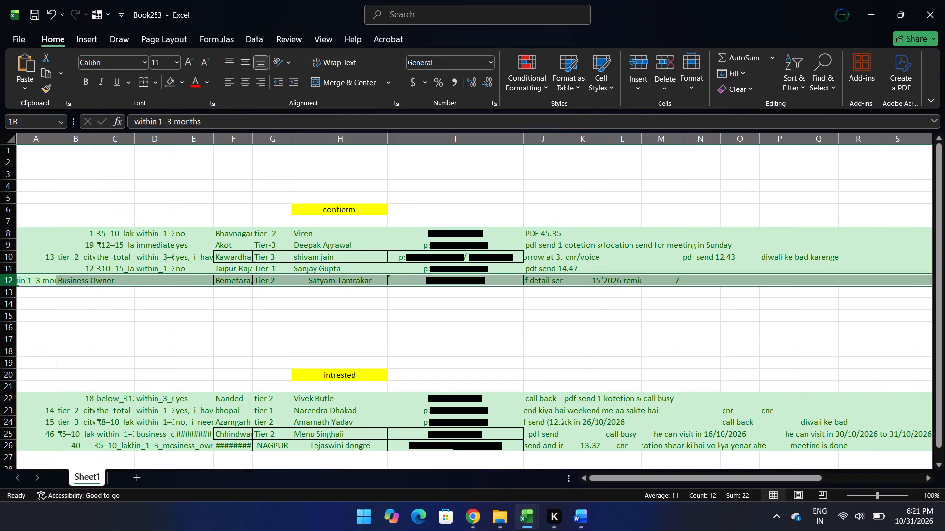
{"action": "left_click_drag", "start_coordinate": [71, 273], "coordinate": [69, 302]}
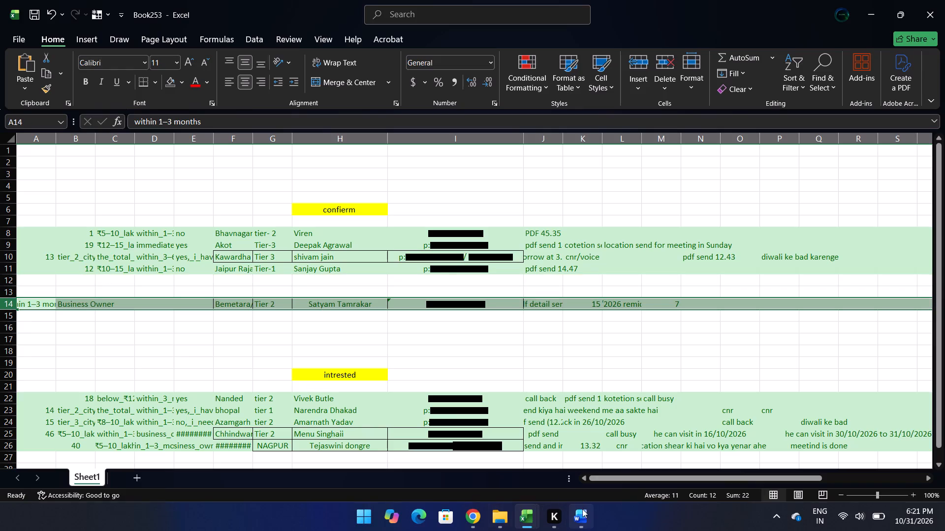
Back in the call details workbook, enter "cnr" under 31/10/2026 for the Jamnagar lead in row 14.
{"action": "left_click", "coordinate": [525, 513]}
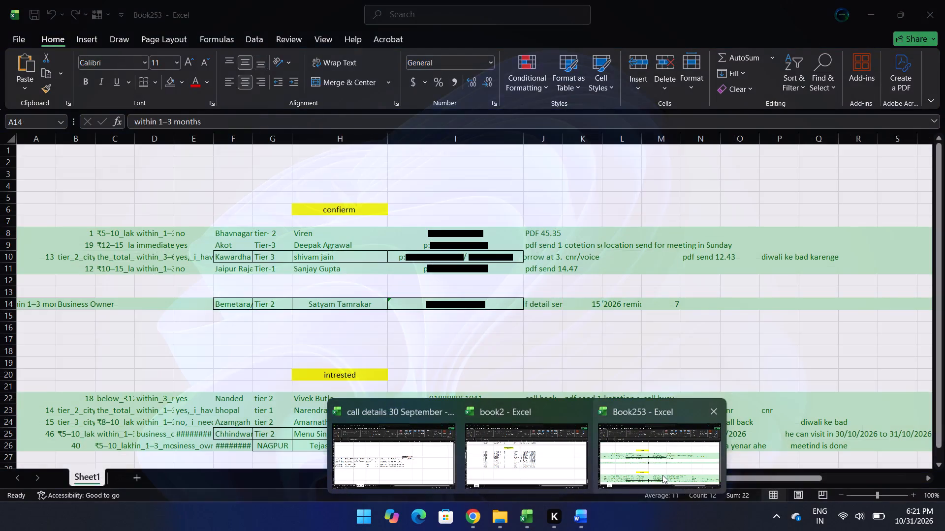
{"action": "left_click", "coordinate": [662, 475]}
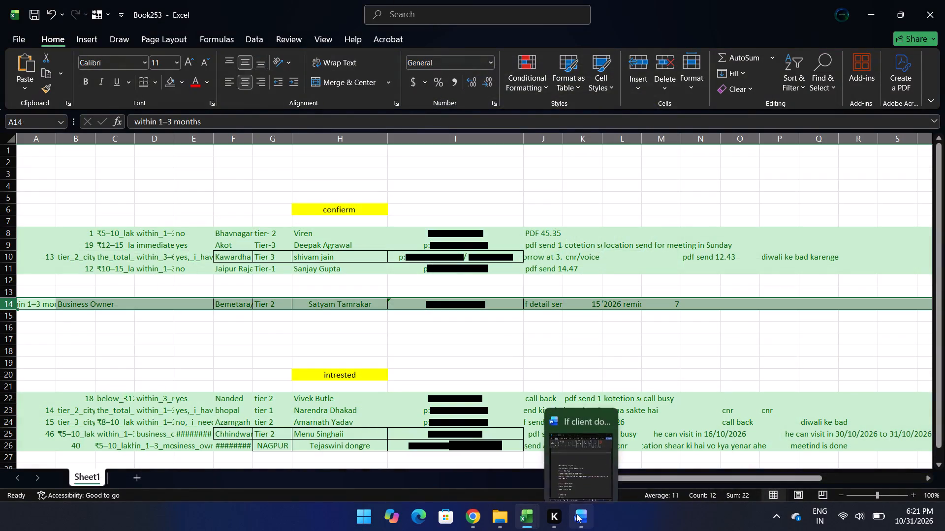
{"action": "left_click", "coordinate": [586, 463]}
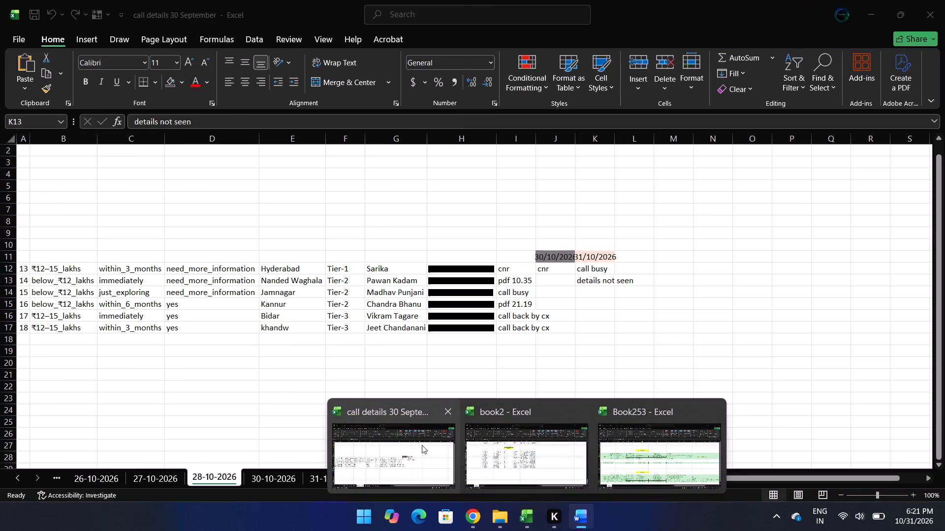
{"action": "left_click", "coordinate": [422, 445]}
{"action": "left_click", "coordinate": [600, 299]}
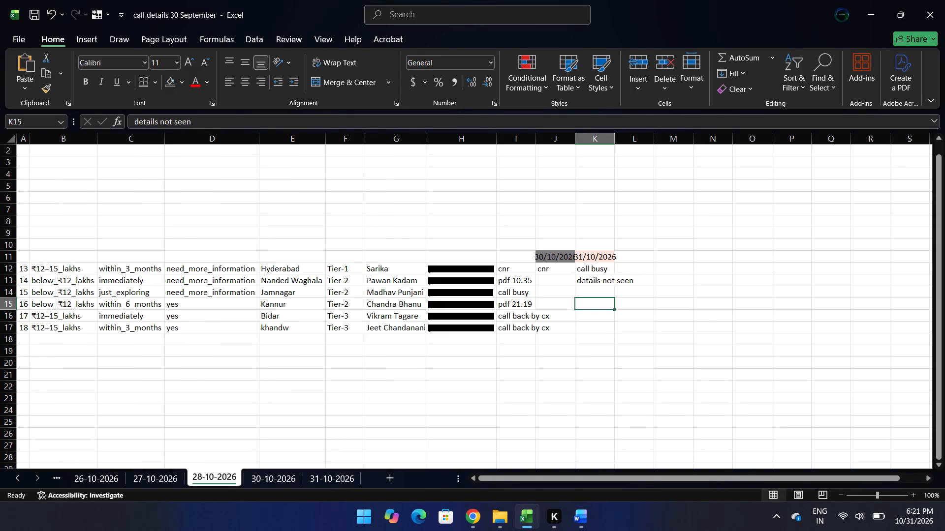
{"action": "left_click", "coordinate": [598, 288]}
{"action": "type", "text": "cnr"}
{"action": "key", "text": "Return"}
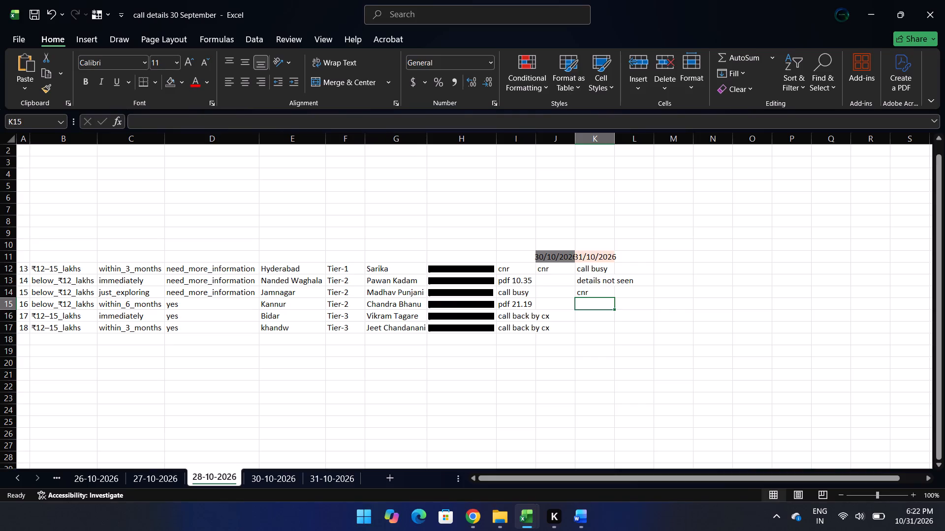
Read the franchise call script in the Word document, going back from the franchise models to the opening and requirement questions.
{"action": "left_click", "coordinate": [598, 291]}
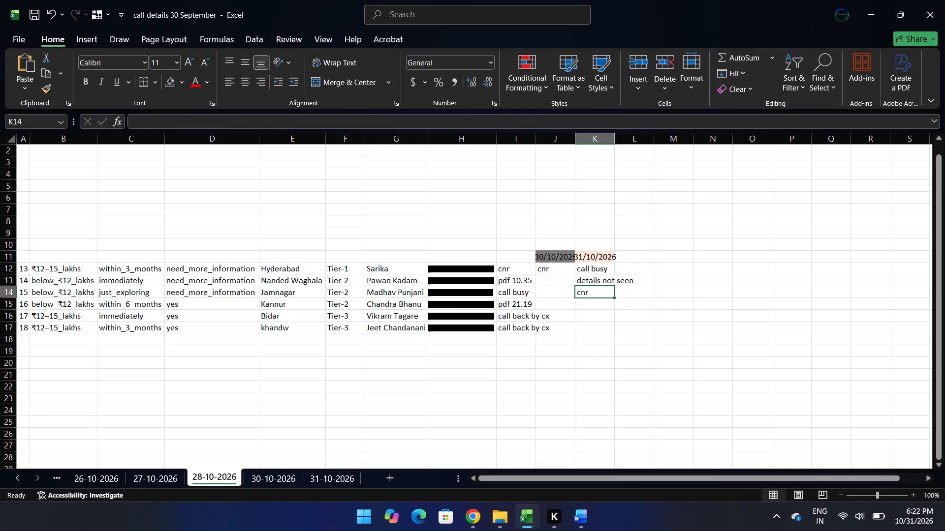
{"action": "left_click", "coordinate": [588, 520]}
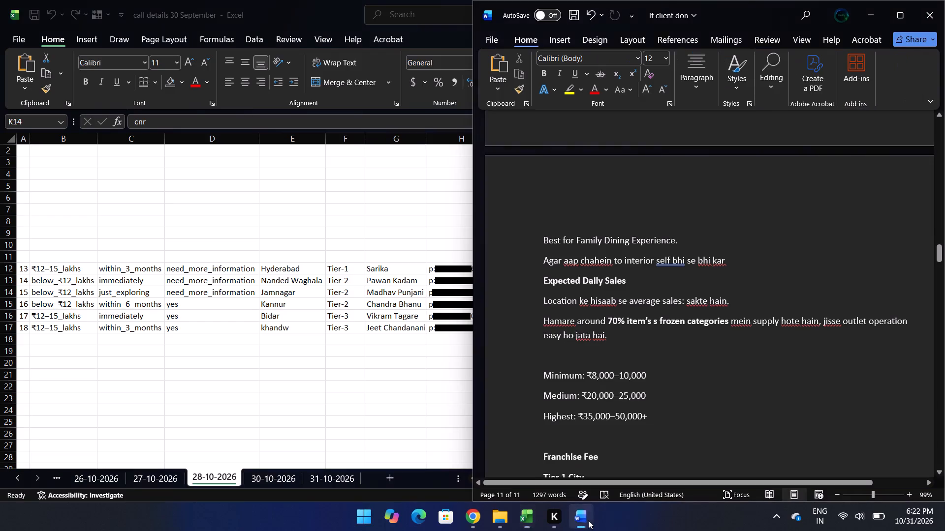
{"action": "scroll", "coordinate": [648, 307], "scroll_direction": "up", "scroll_amount": 4}
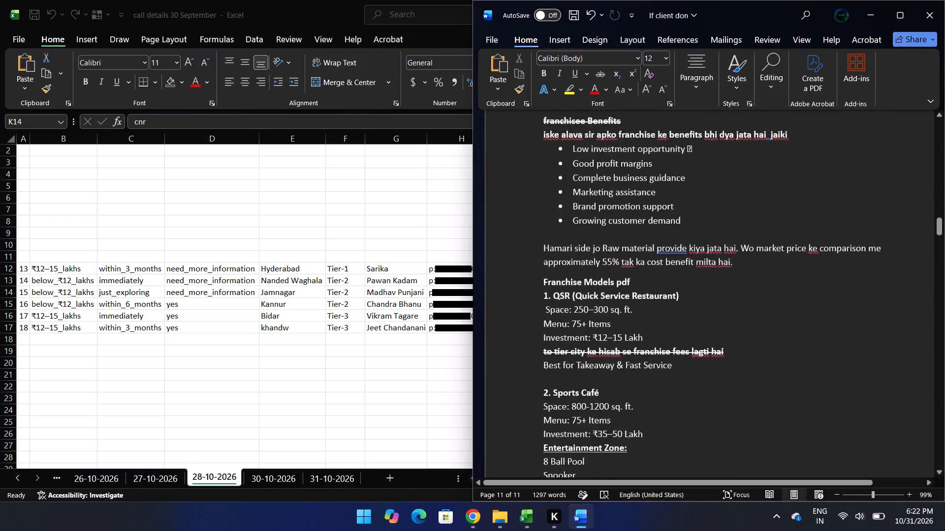
{"action": "scroll", "coordinate": [648, 307], "scroll_direction": "up", "scroll_amount": 7}
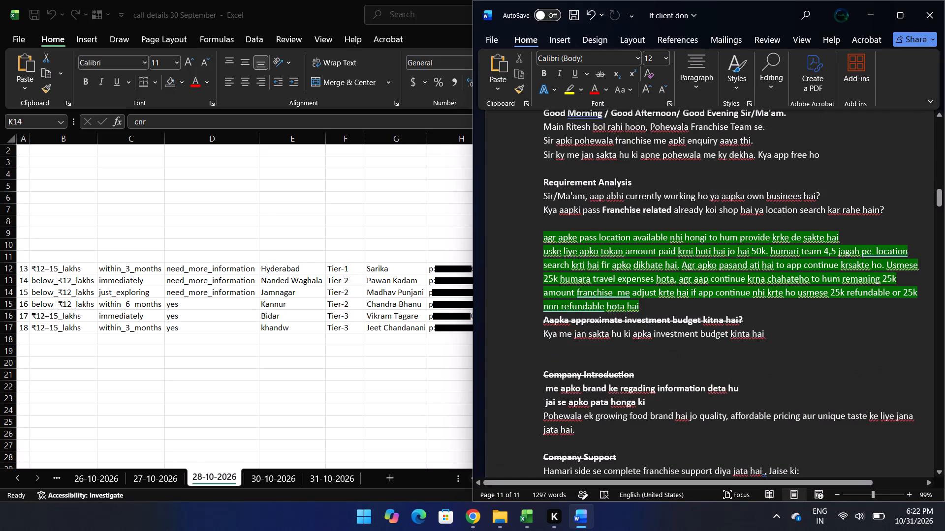
{"action": "scroll", "coordinate": [650, 216], "scroll_direction": "up", "scroll_amount": 1}
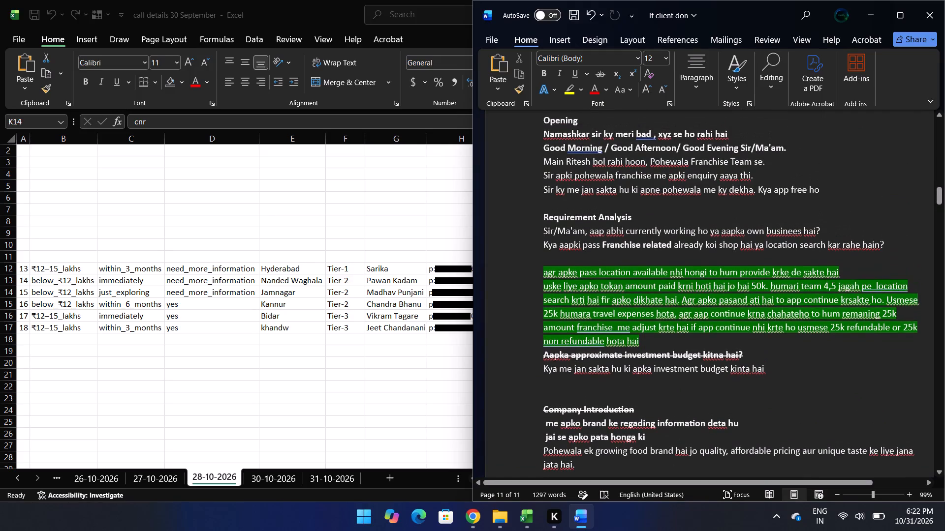
In the call details workbook, change the Jamnagar lead's 31/10/2026 outcome in row 14 to "call back tomorrow 1.40pm".
{"action": "scroll", "coordinate": [399, 314], "scroll_direction": "left", "scroll_amount": 3}
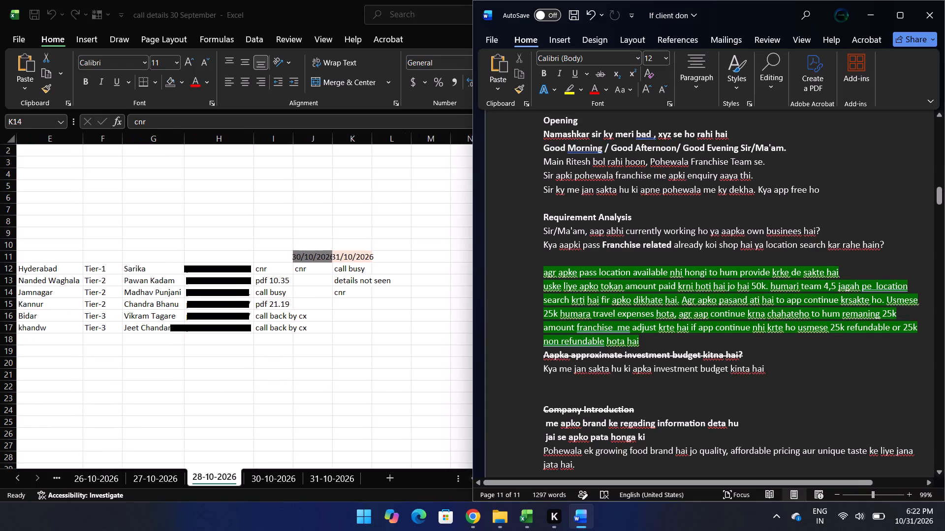
{"action": "left_click", "coordinate": [356, 290]}
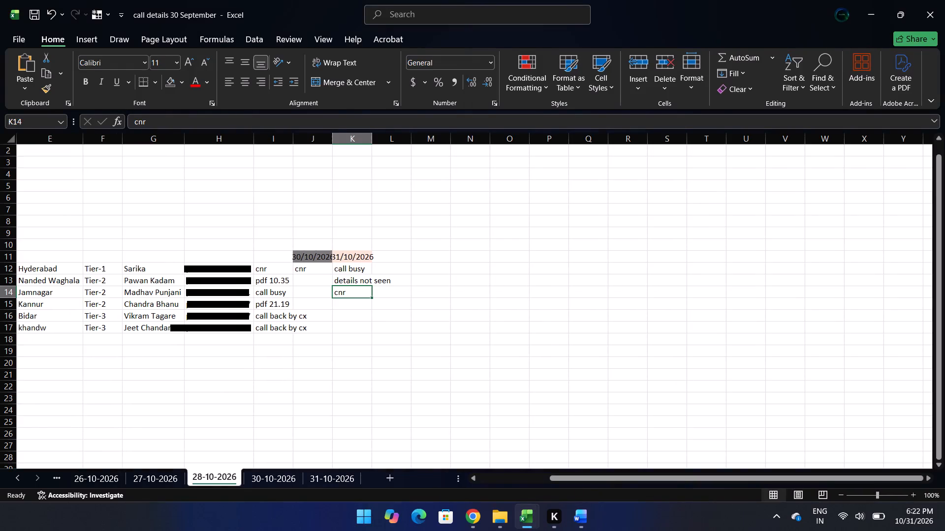
{"action": "double_click", "coordinate": [356, 290]}
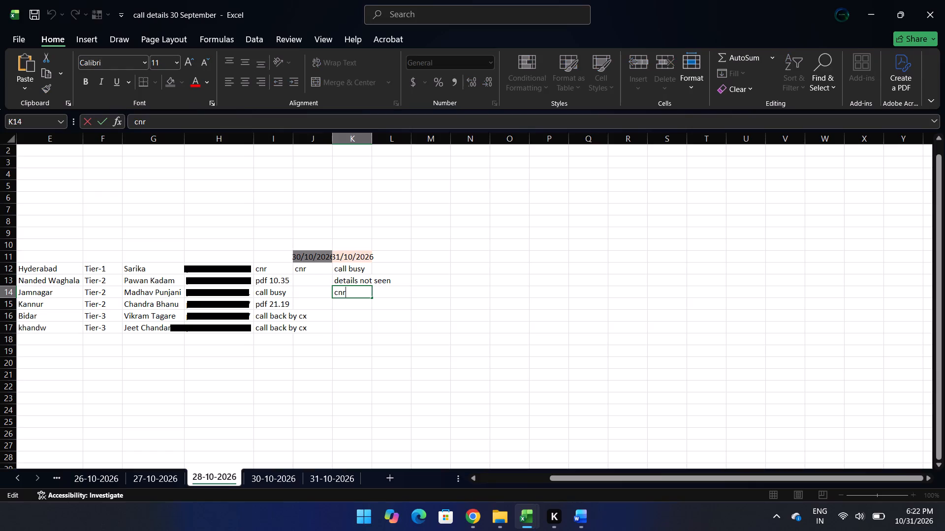
{"action": "key", "text": "BackSpace"}
{"action": "key", "text": "BackSpace"}
{"action": "key", "text": "BackSpace"}
{"action": "type", "text": "call"}
{"action": "key", "text": "space"}
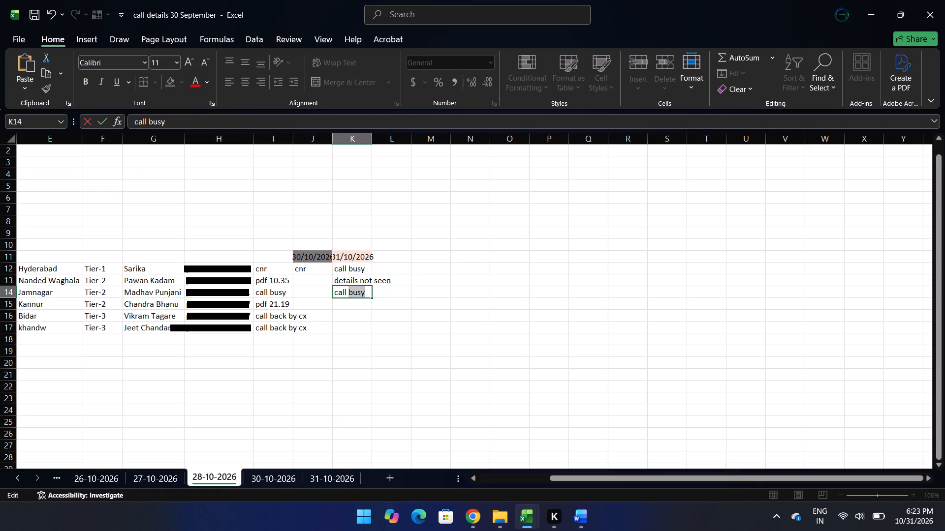
{"action": "key", "text": "c"}
{"action": "key", "text": "BackSpace"}
{"action": "type", "text": "back"}
{"action": "key", "text": "space"}
{"action": "type", "text": "to"}
{"action": "type", "text": "mo"}
{"action": "type", "text": "row"}
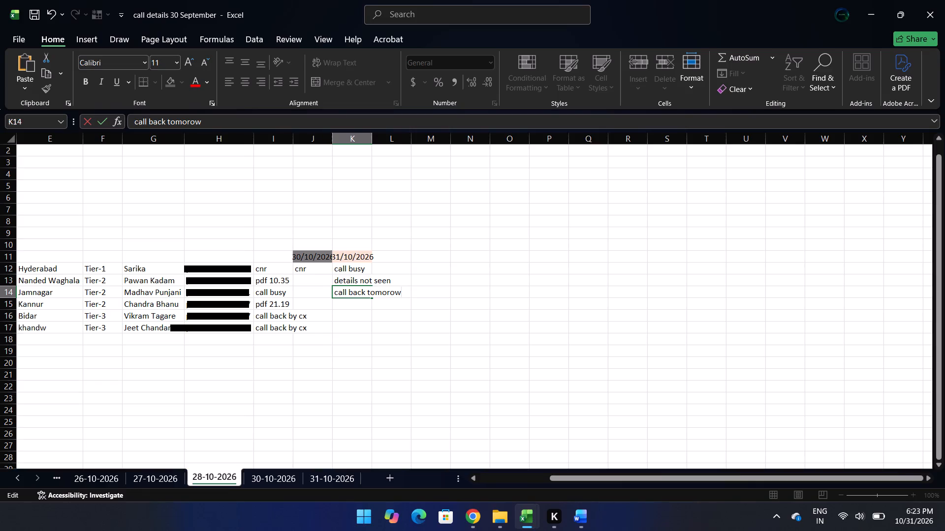
{"action": "key", "text": "Left"}
{"action": "key", "text": "Left"}
{"action": "key", "text": "Left"}
{"action": "key", "text": "r"}
{"action": "key", "text": "Right"}
{"action": "key", "text": "Right"}
{"action": "key", "text": "Right"}
{"action": "key", "text": "space"}
{"action": "type", "text": "1."}
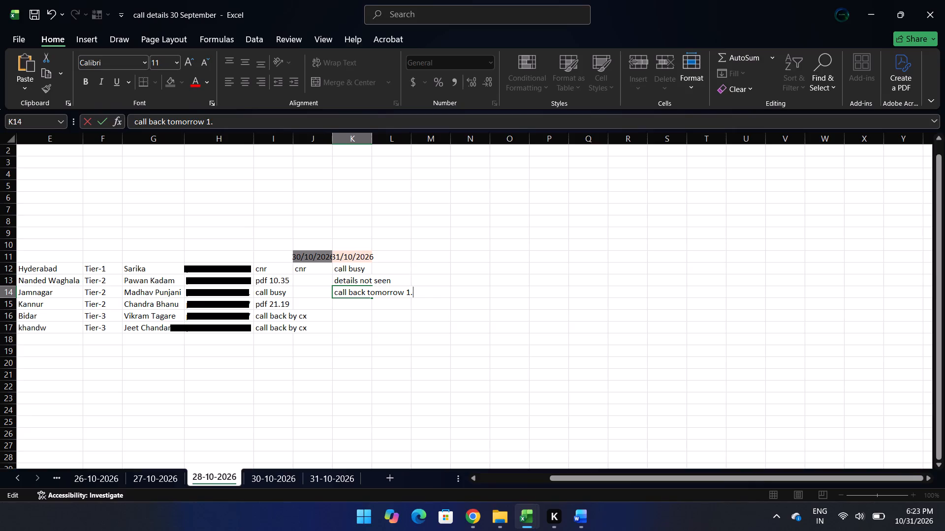
{"action": "type", "text": "40"}
{"action": "type", "text": "pm"}
Review the lead rows and follow-up columns across the date sheets from 26-10-2026 to 31-10-2026.
{"action": "left_click", "coordinate": [334, 480]}
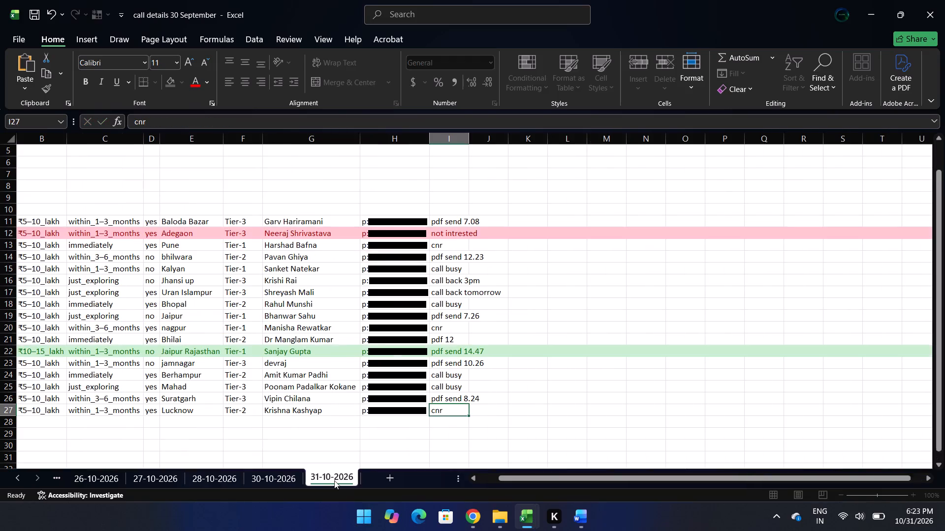
{"action": "left_click", "coordinate": [288, 481]}
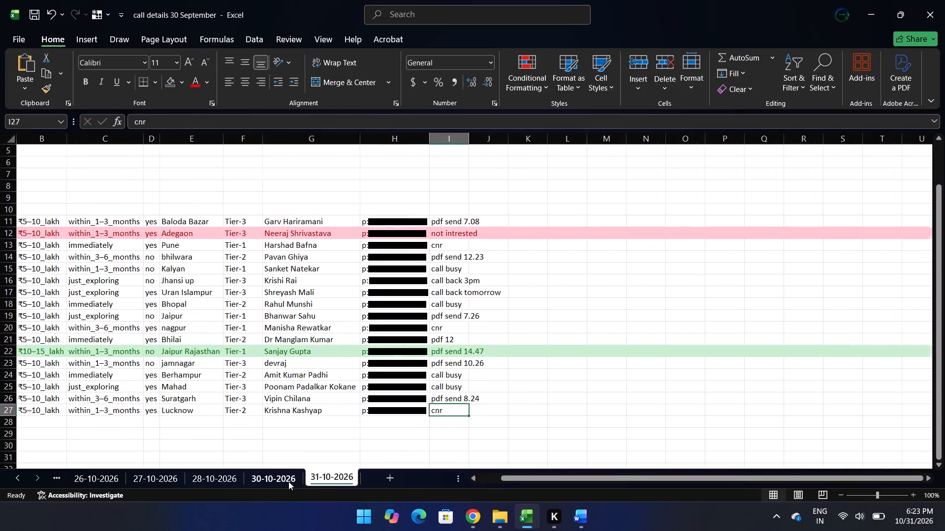
{"action": "left_click", "coordinate": [224, 474]}
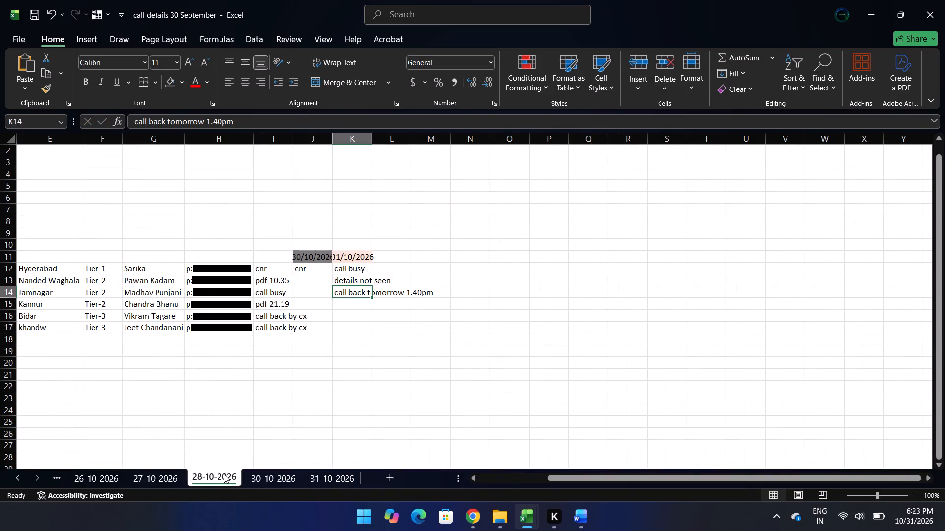
{"action": "left_click", "coordinate": [157, 481]}
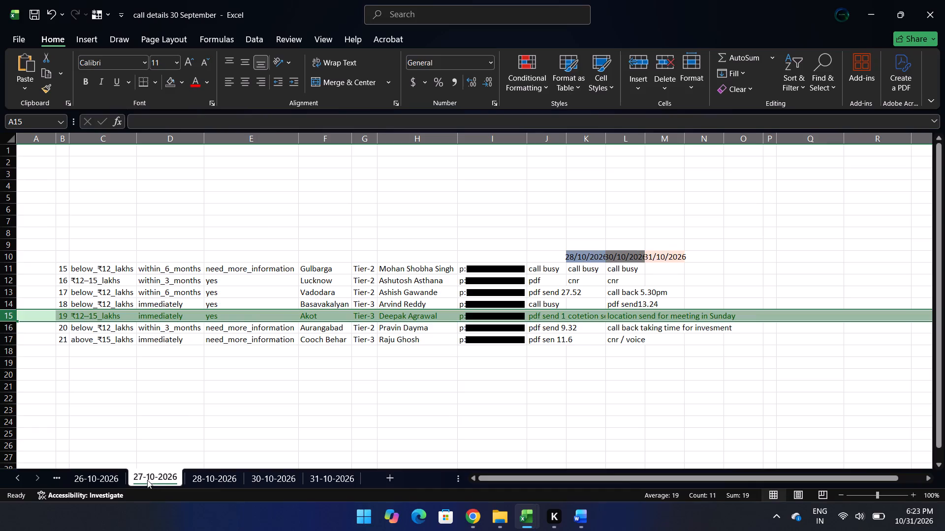
{"action": "left_click", "coordinate": [106, 475]}
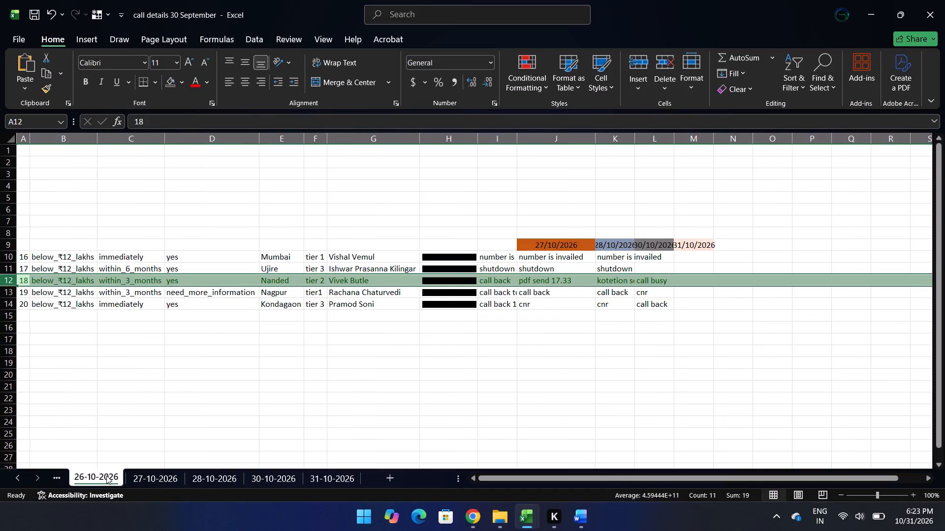
{"action": "left_click", "coordinate": [150, 480]}
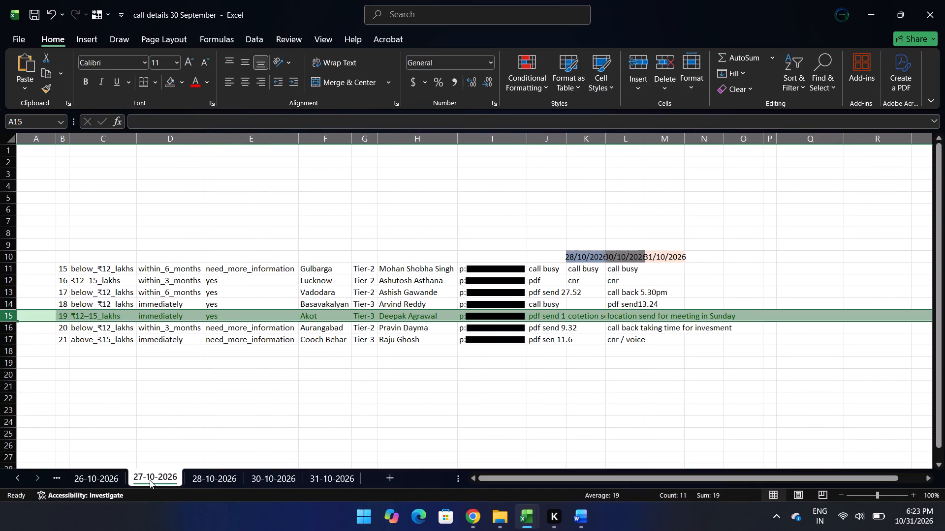
{"action": "left_click", "coordinate": [197, 478]}
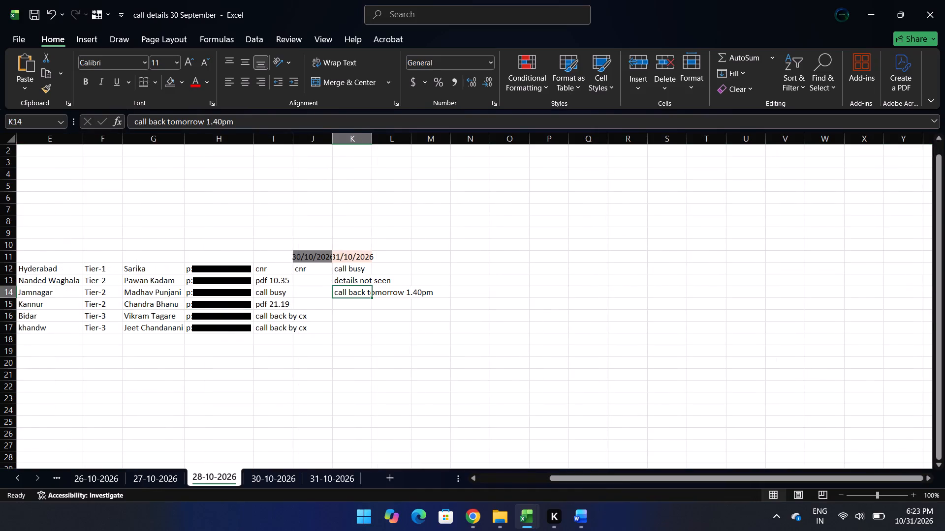
{"action": "left_click", "coordinate": [256, 479]}
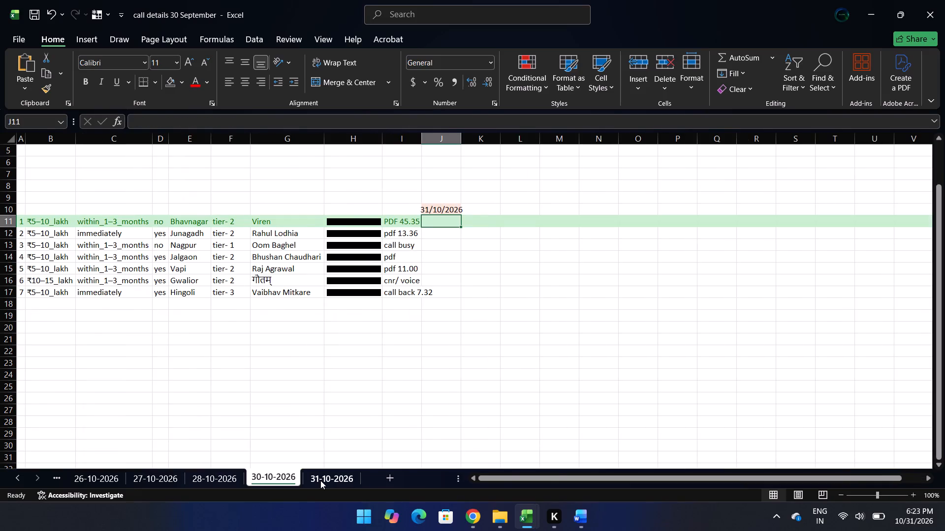
{"action": "left_click", "coordinate": [320, 480]}
{"action": "left_click", "coordinate": [276, 478]}
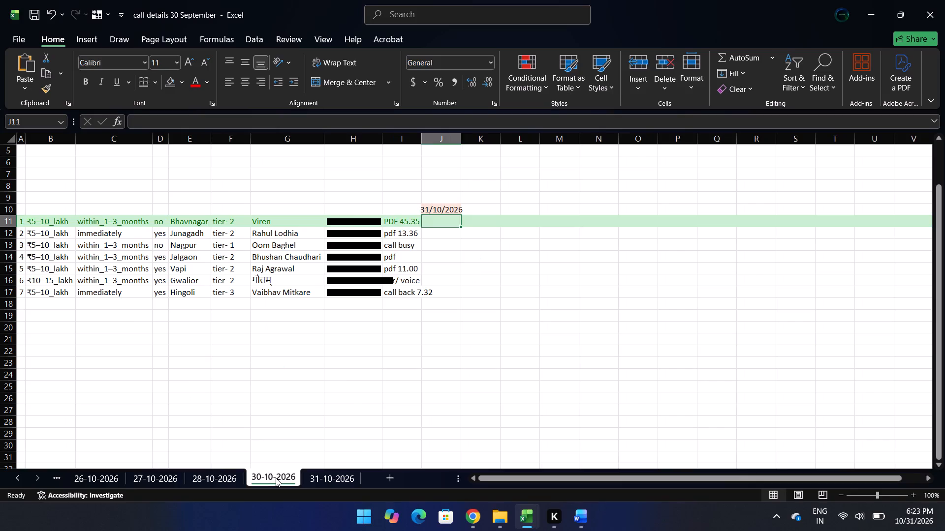
{"action": "left_click", "coordinate": [328, 479]}
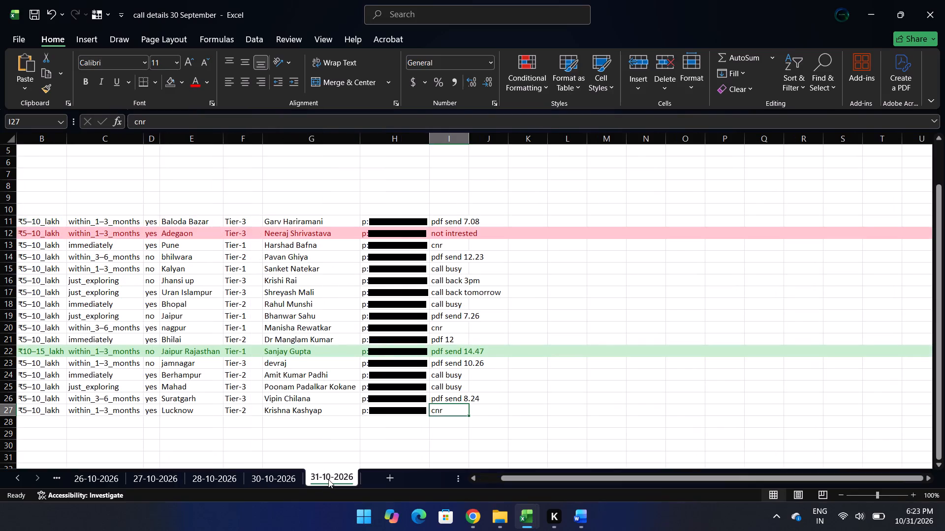
{"action": "left_click", "coordinate": [278, 483]}
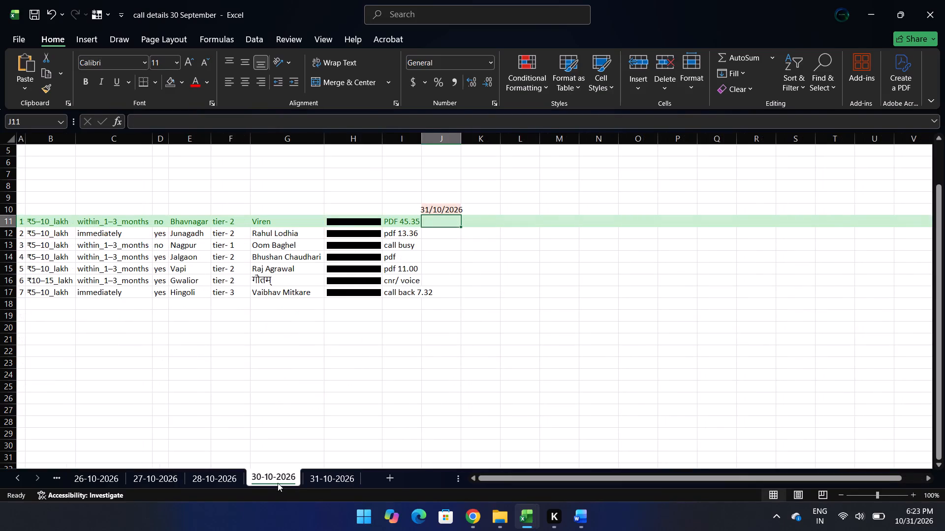
{"action": "left_click", "coordinate": [332, 478]}
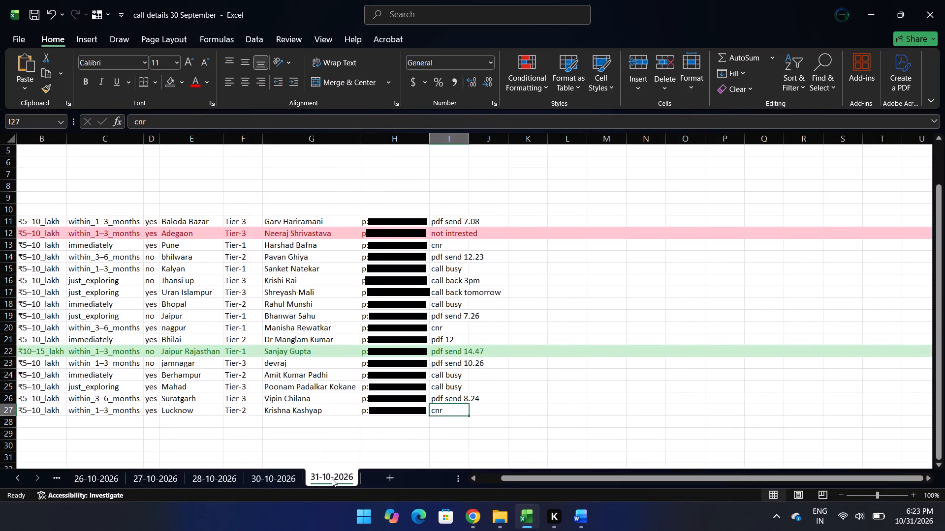
{"action": "left_click", "coordinate": [284, 476]}
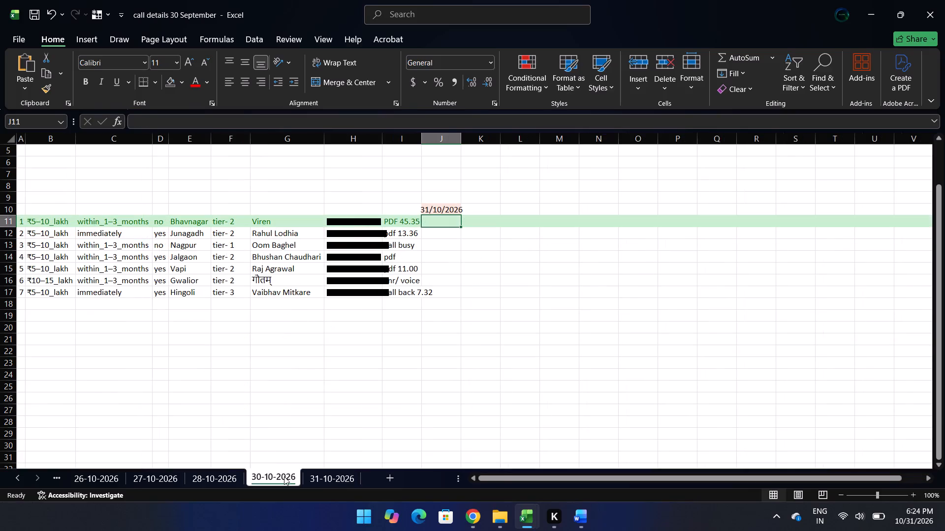